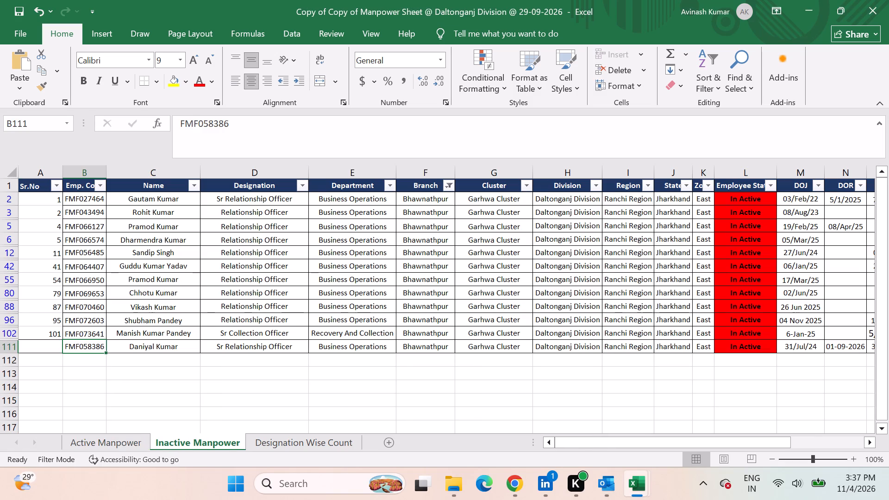
Remove the existing Branch filter from the Inactive Manpower sheet and turn filtering back on for the header row.
{"action": "key", "text": "ctrl+shift+l"}
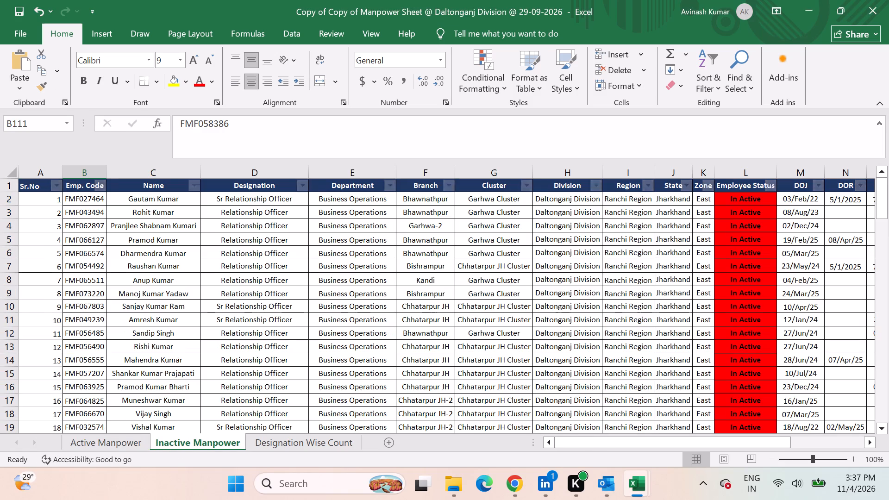
{"action": "left_click", "coordinate": [442, 182]}
{"action": "key", "text": "ctrl+shift+l"}
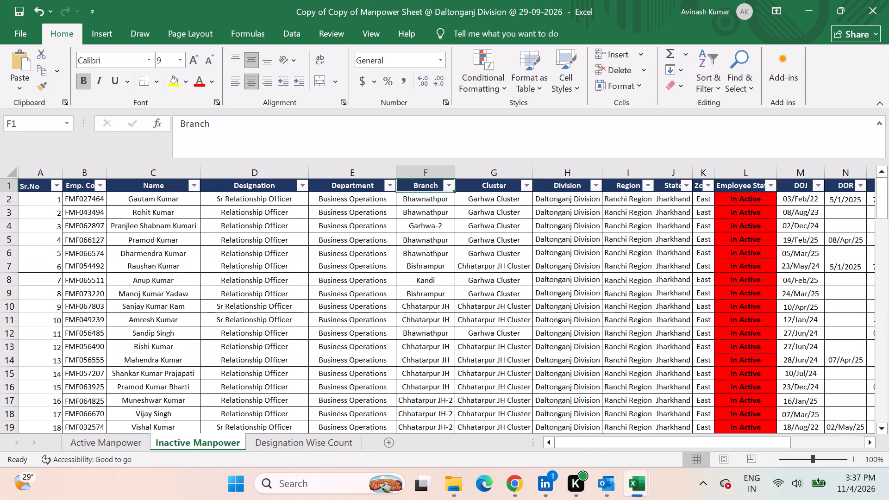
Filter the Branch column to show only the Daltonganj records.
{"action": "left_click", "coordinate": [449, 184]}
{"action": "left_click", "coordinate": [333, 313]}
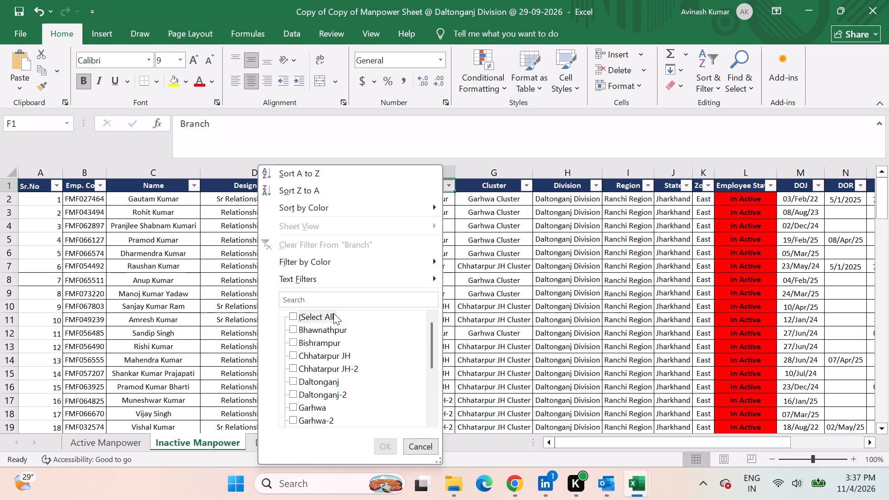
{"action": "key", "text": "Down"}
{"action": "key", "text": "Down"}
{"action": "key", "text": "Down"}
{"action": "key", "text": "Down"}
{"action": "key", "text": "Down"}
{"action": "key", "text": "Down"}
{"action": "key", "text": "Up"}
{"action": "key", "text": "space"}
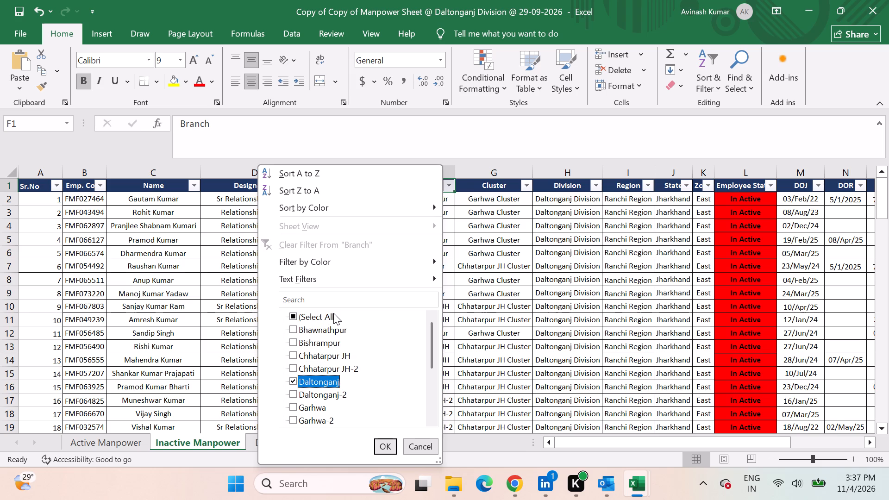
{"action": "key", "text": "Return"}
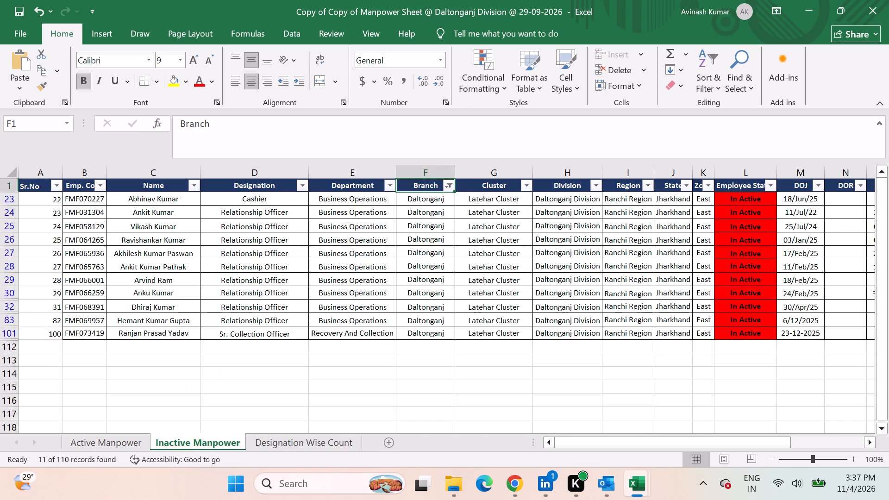
Change the Branch column filter from Daltonganj to Manatu, searching the filter values for Manatu.
{"action": "left_click", "coordinate": [448, 186]}
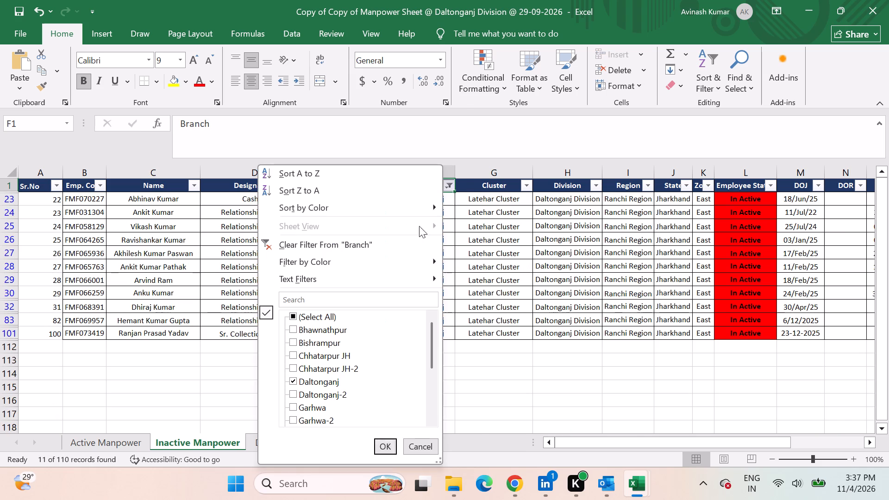
{"action": "left_click", "coordinate": [319, 380]}
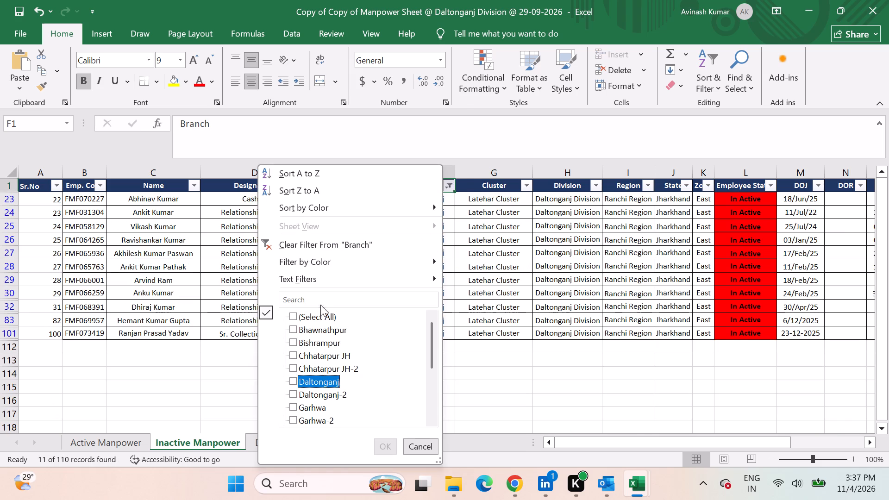
{"action": "left_click", "coordinate": [320, 302]}
{"action": "type", "text": "Manatu"}
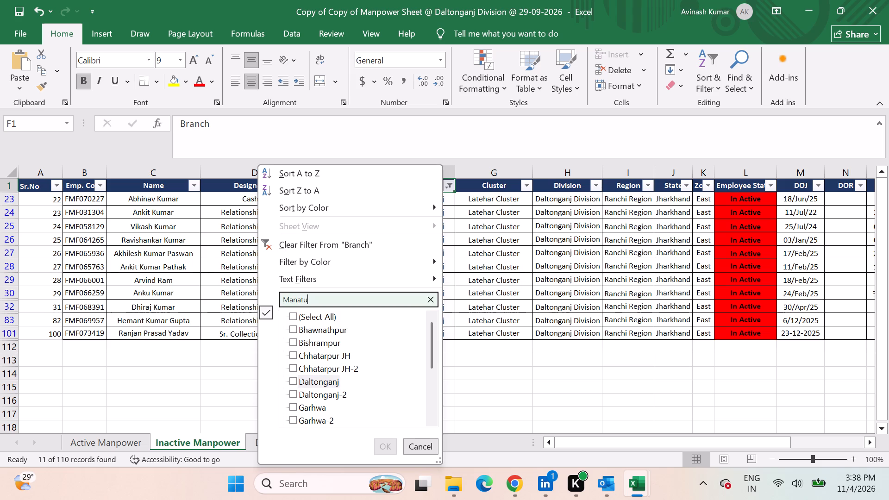
{"action": "left_click", "coordinate": [383, 449]}
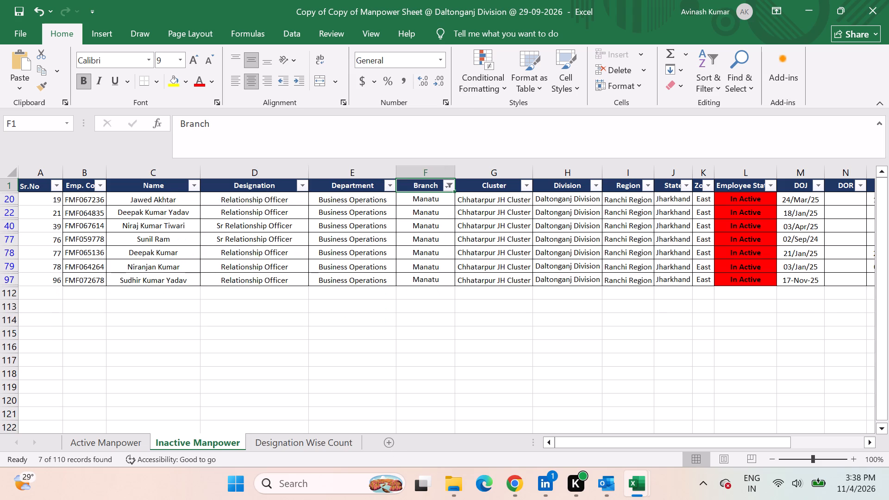
Filter the Name column to only the Manatu Sr Relationship Officer in row 40.
{"action": "left_click", "coordinate": [197, 189]}
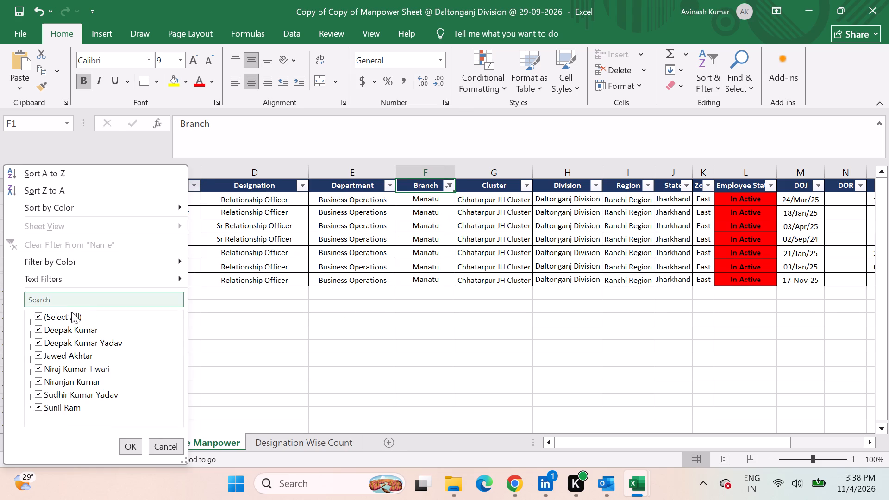
{"action": "left_click", "coordinate": [66, 319]}
{"action": "key", "text": "Down"}
{"action": "key", "text": "Down"}
{"action": "key", "text": "Down"}
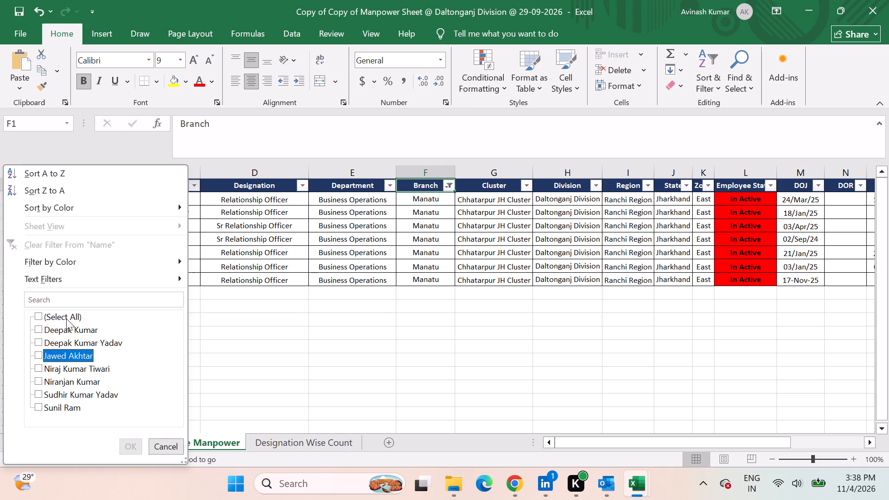
{"action": "key", "text": "Down"}
{"action": "key", "text": "space"}
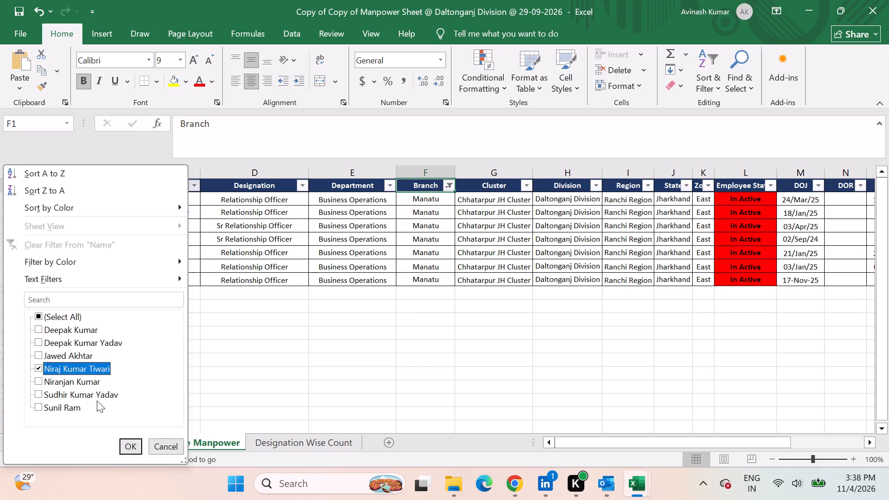
{"action": "left_click", "coordinate": [128, 442]}
Select the header row and the filtered officer's record together, from the Emp. Code column through the Employee Status column.
{"action": "left_click", "coordinate": [79, 191]}
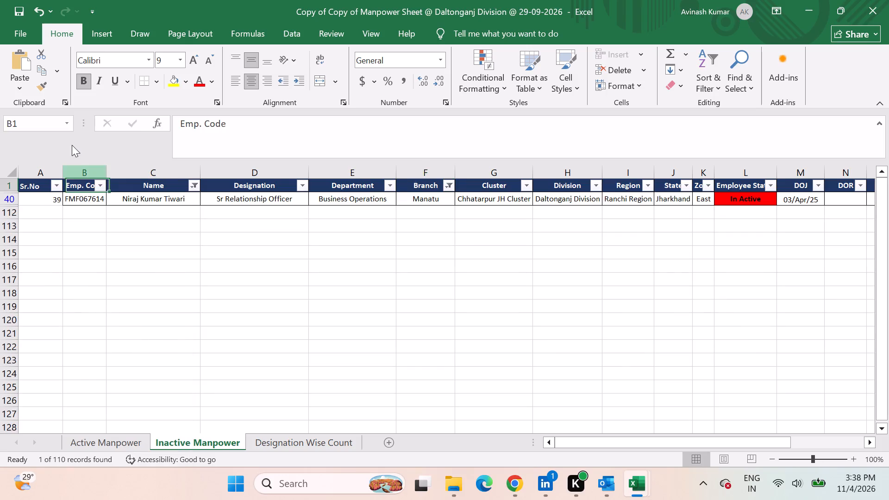
{"action": "key", "text": "shift+Down"}
{"action": "key", "text": "shift+Right"}
{"action": "key", "text": "shift+Right"}
{"action": "key", "text": "shift+Right"}
{"action": "key", "text": "shift+Right"}
{"action": "key", "text": "shift+Right"}
{"action": "key", "text": "shift+Right"}
{"action": "key", "text": "shift+Right"}
{"action": "key", "text": "shift+Right"}
{"action": "key", "text": "shift+Right"}
{"action": "key", "text": "shift+Right"}
{"action": "key", "text": "shift+Right"}
{"action": "key", "text": "shift+Left"}
{"action": "key", "text": "shift+Left"}
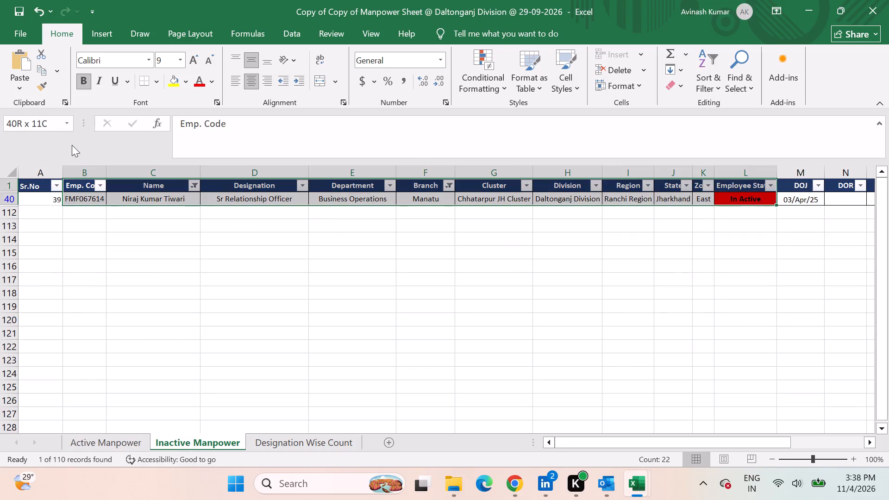